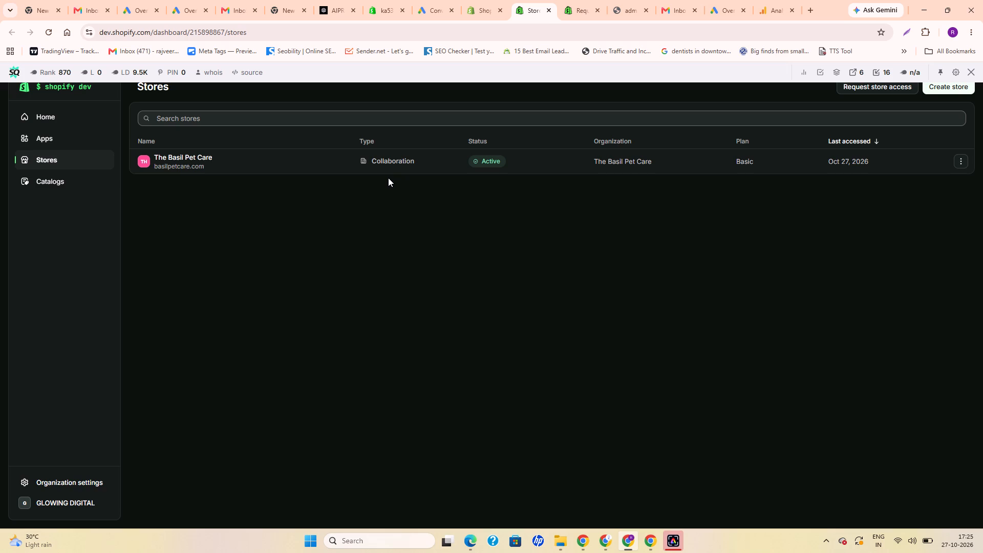
Disable the SEObar for this domain only.
click(974, 74)
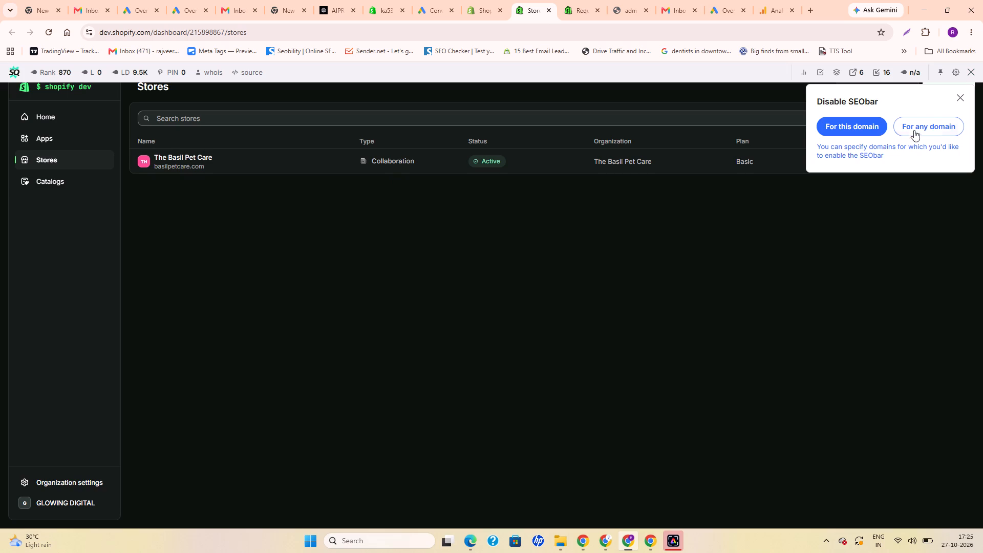
click(960, 95)
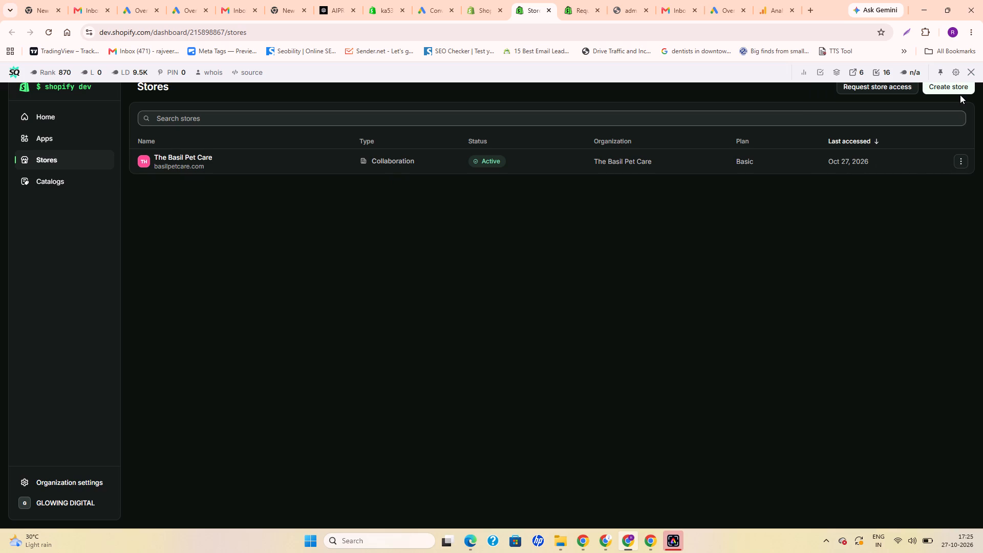
click(971, 73)
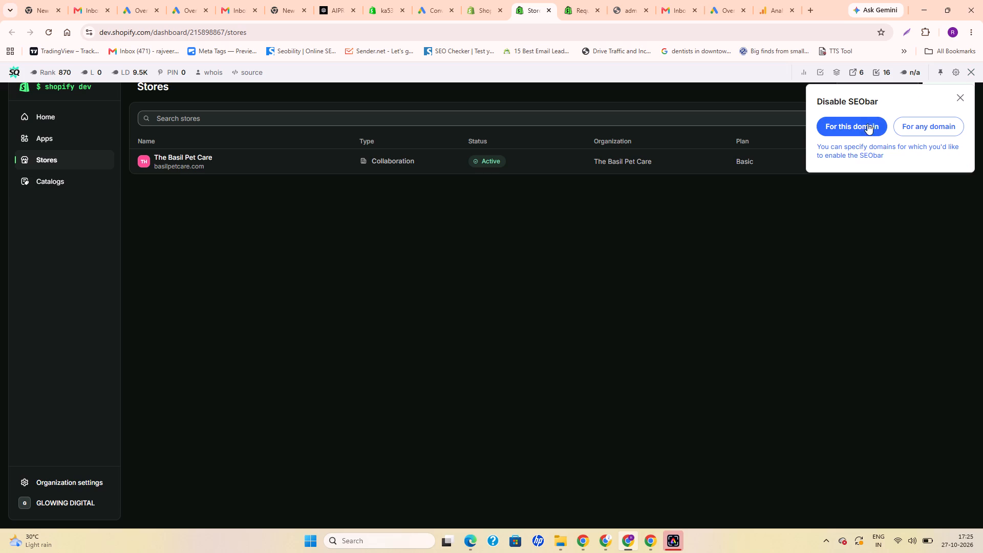
click(862, 127)
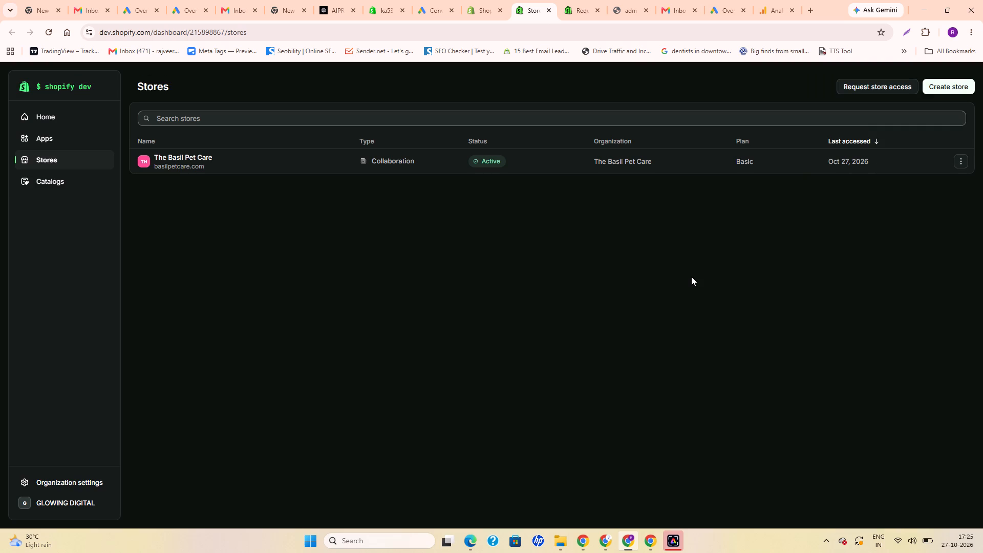
Open the store access request form from the Stores page.
click(870, 90)
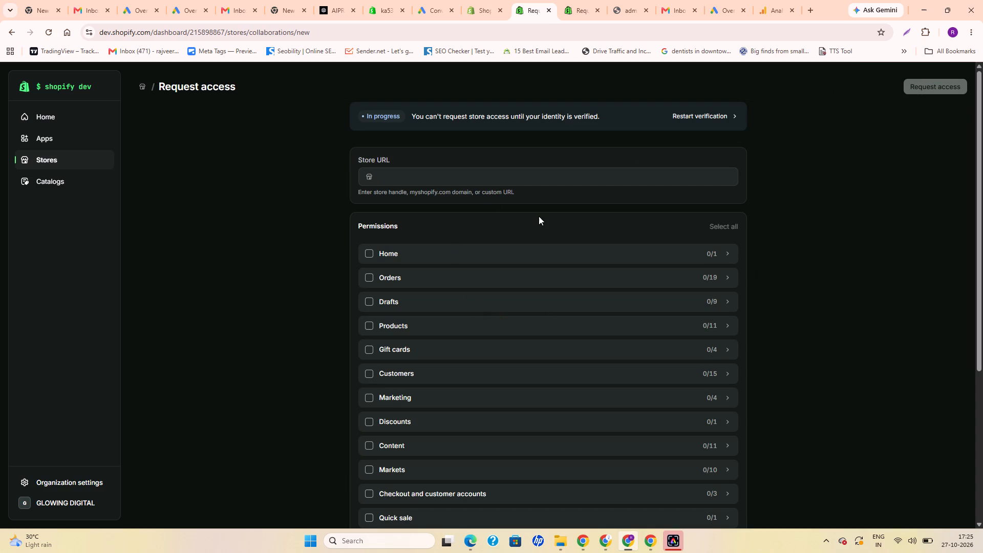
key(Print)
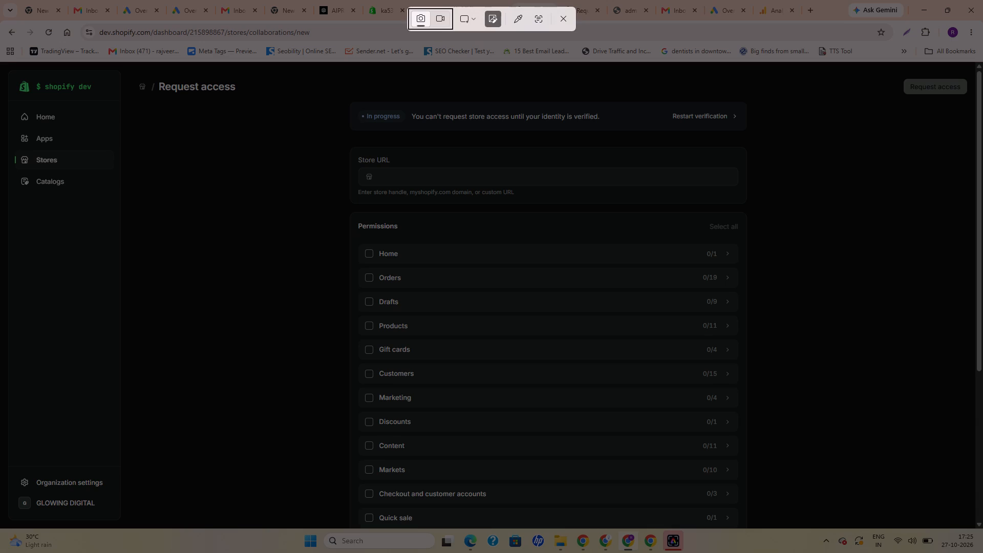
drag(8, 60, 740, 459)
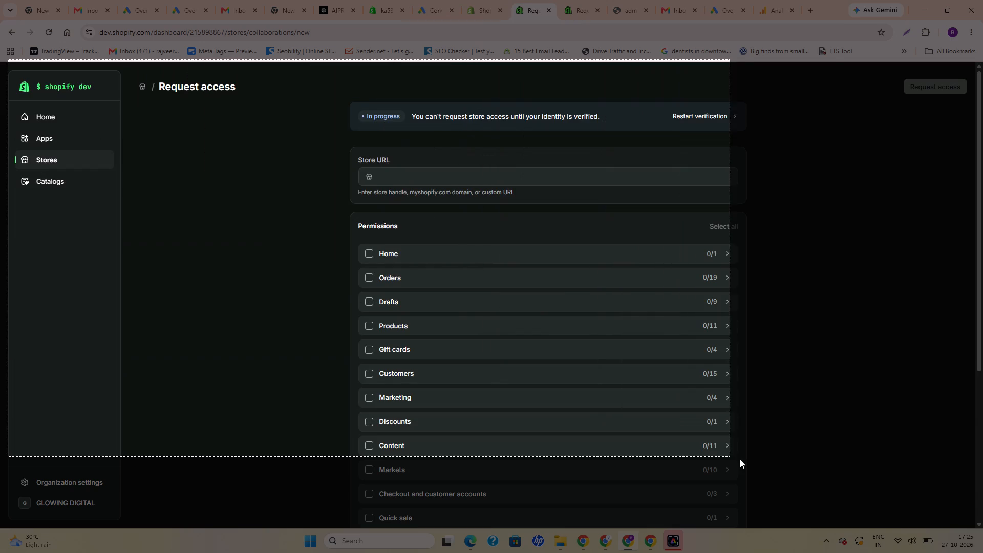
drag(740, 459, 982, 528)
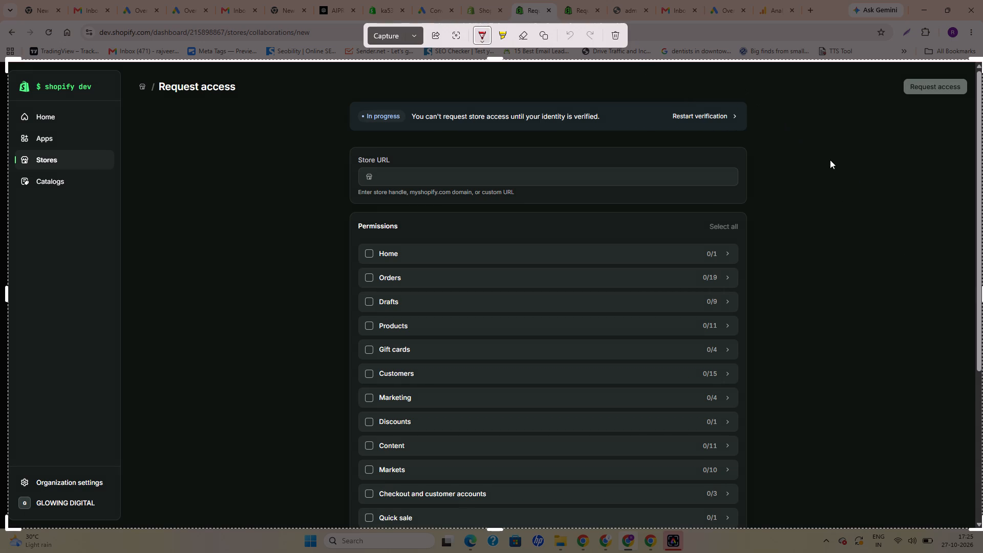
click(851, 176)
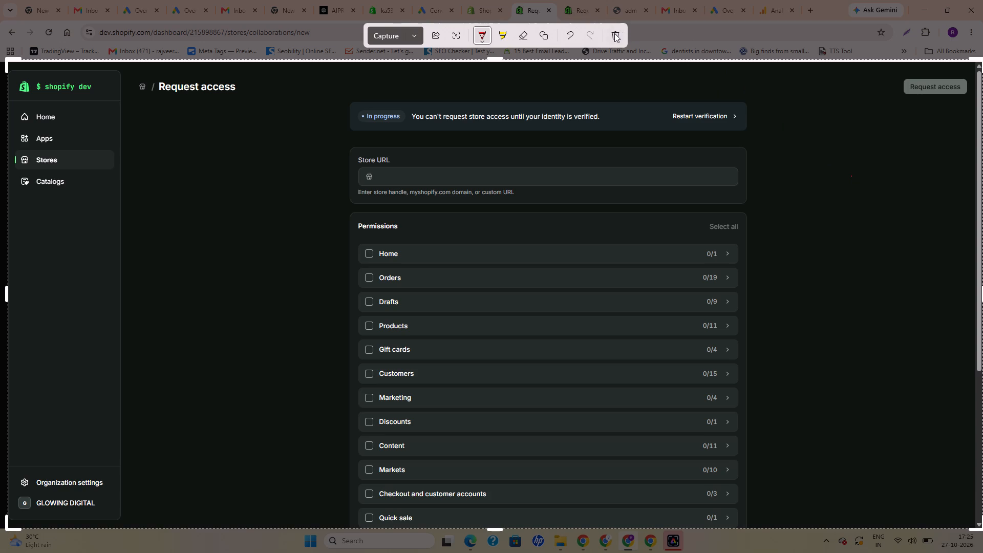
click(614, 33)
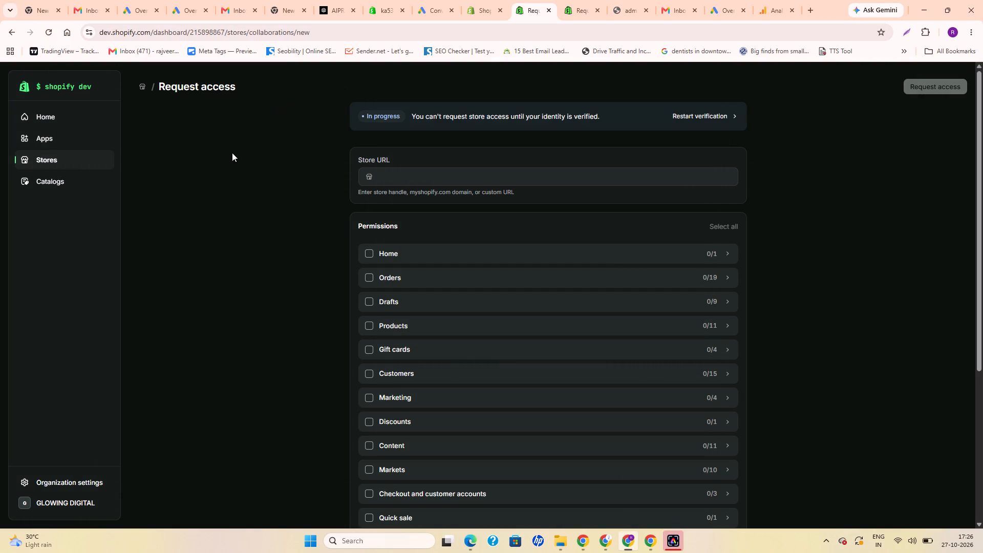
Capture a screen snip of the Request access page, from the browser's address bar down to just above the taskbar.
key(Print)
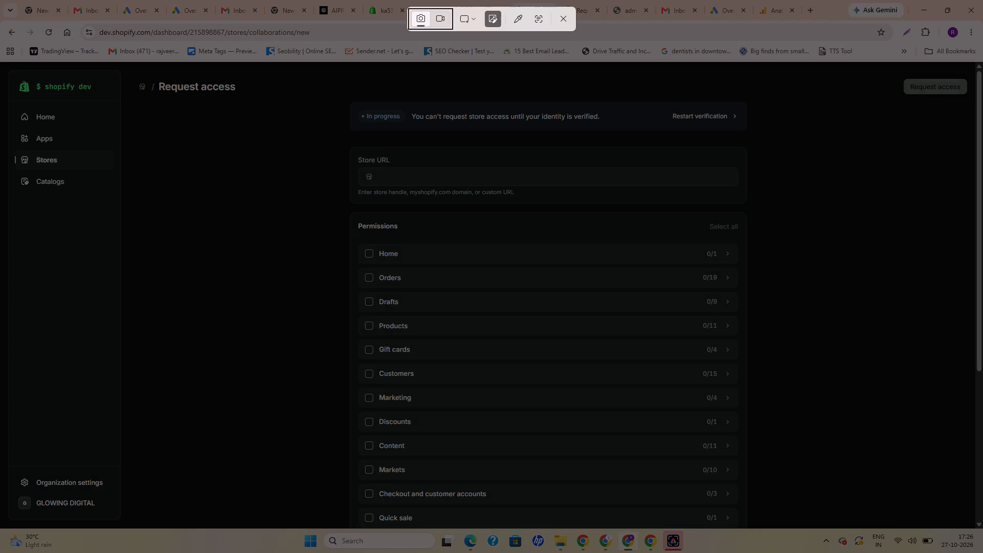
drag(2, 19, 415, 239)
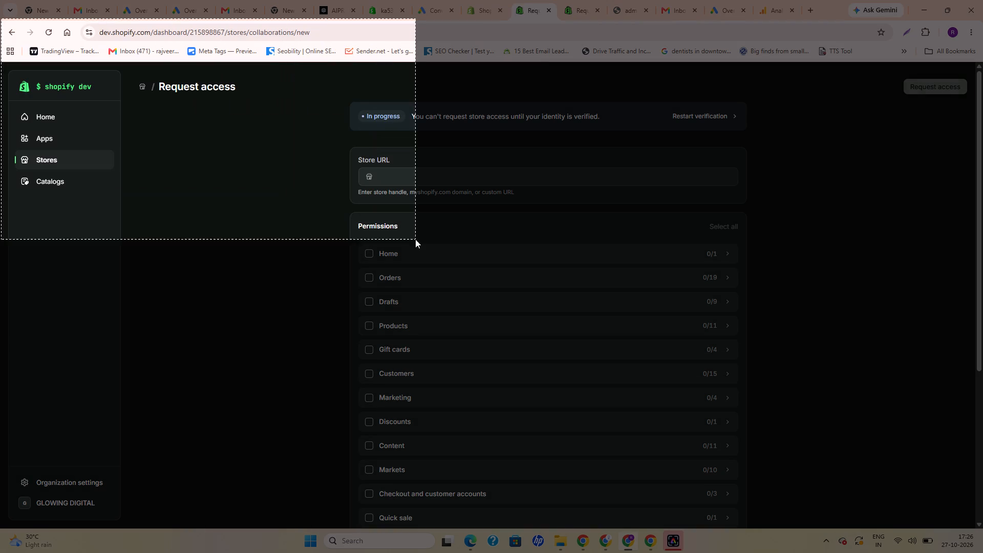
drag(415, 239, 974, 485)
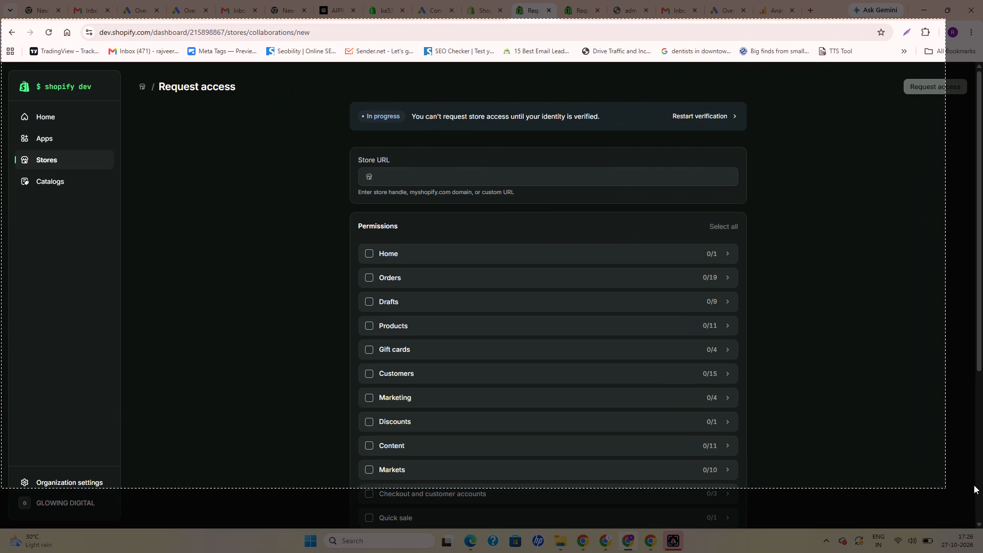
drag(974, 485, 982, 529)
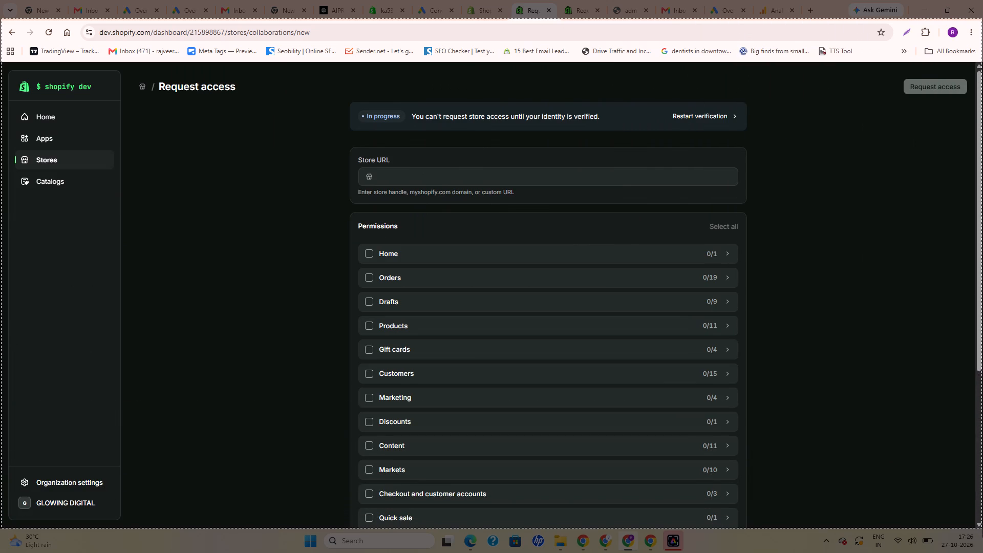
drag(982, 529, 982, 530)
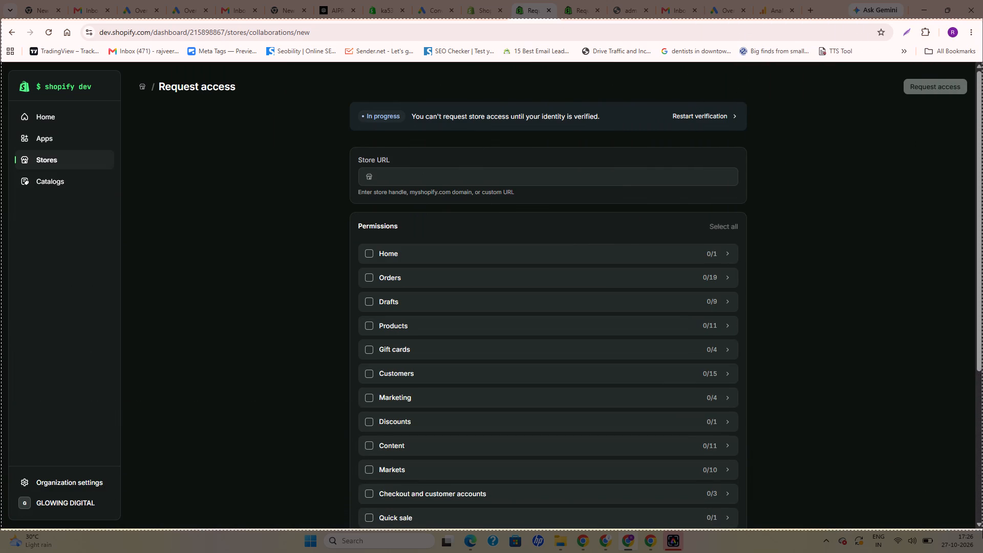
drag(982, 530, 982, 530)
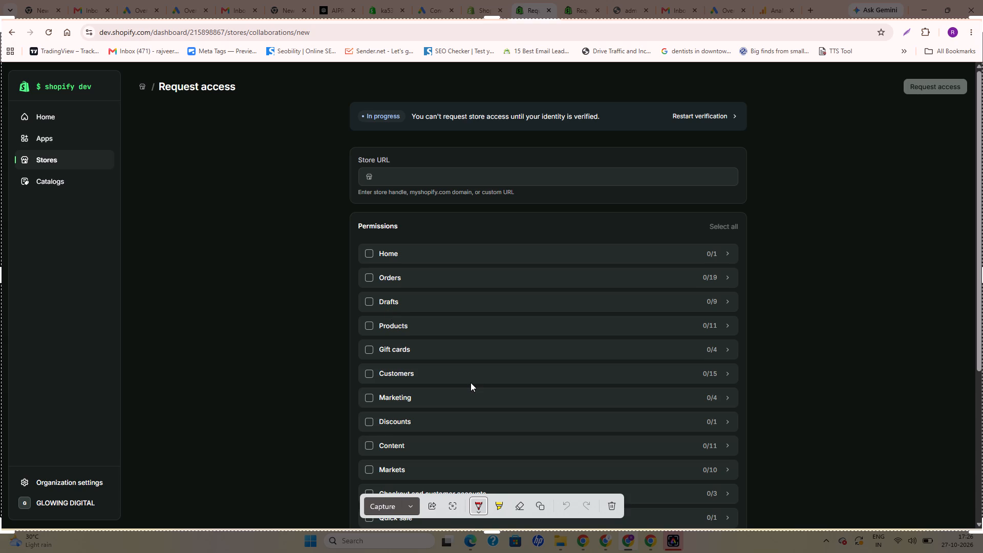
Draw a red rectangle around the identity verification banner above Store URL and copy the annotated screenshot.
click(541, 504)
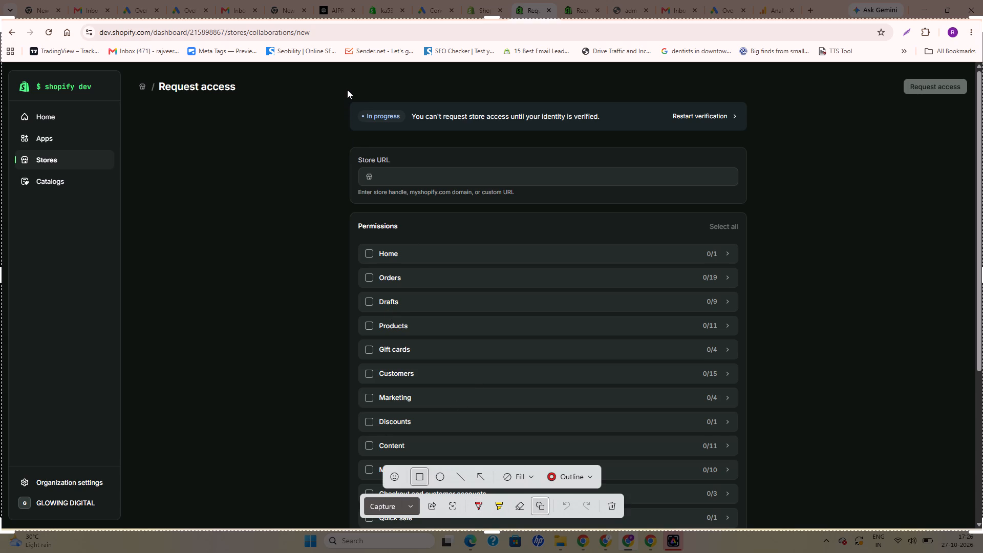
drag(347, 90, 639, 139)
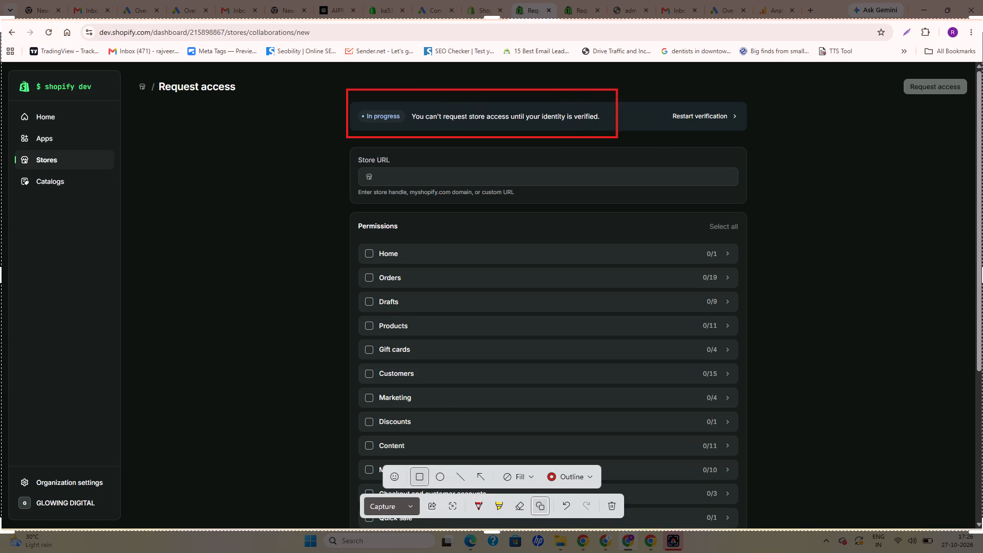
drag(639, 139, 767, 139)
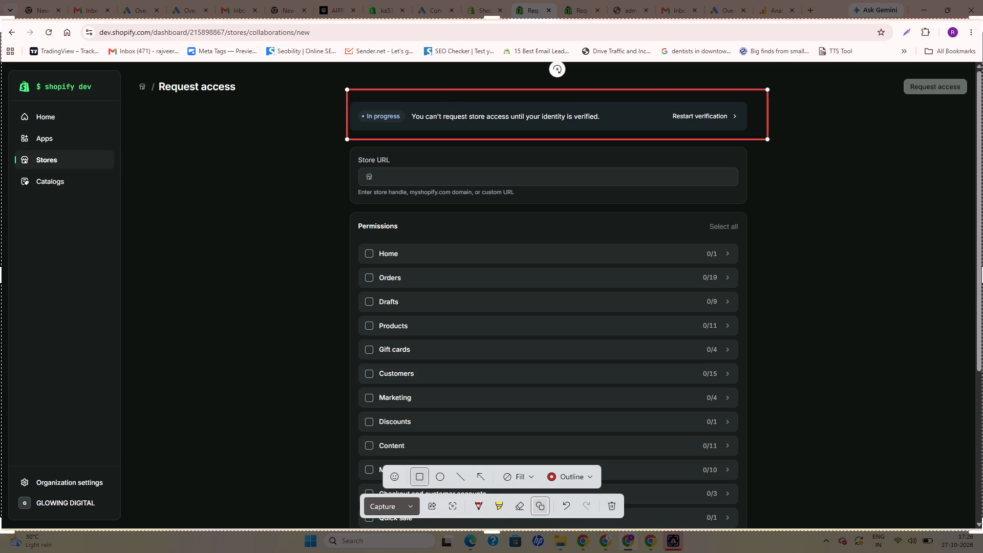
key(ctrl+c)
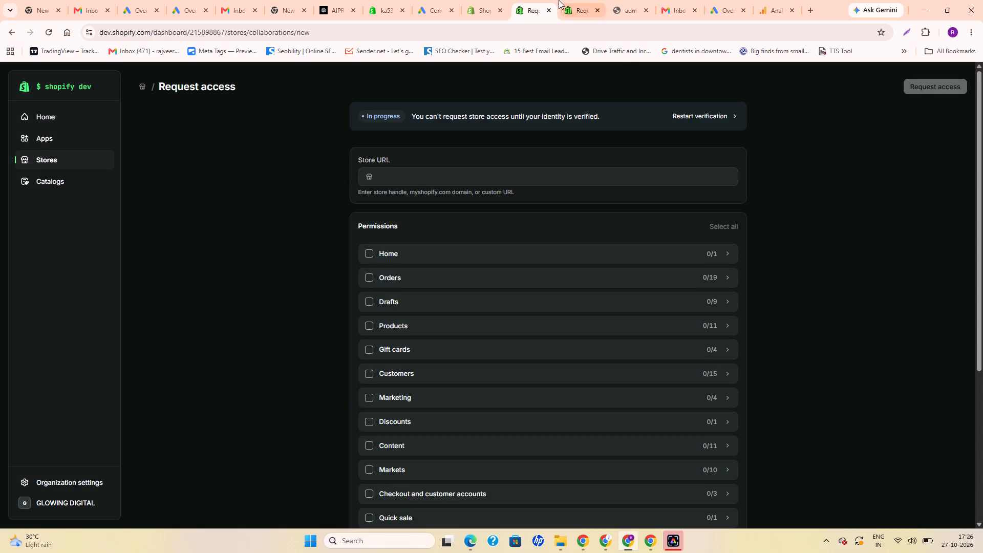